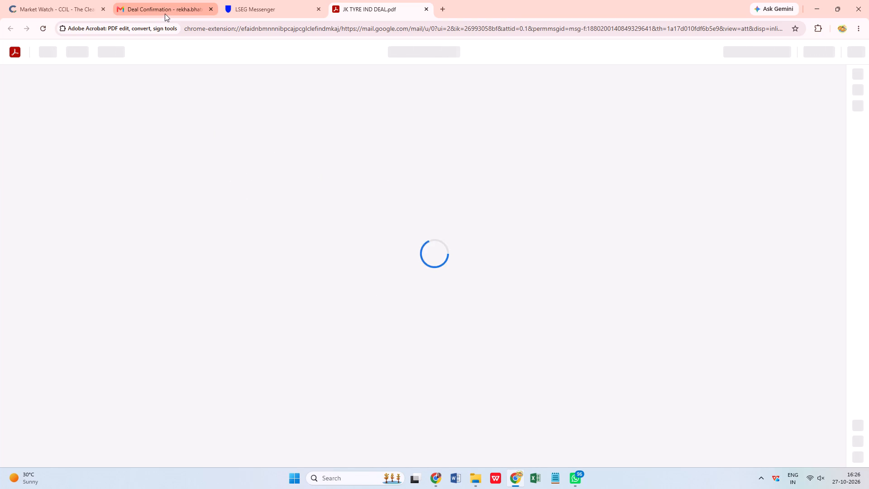
Close the CCIL Market Watch page, keeping the mail, LSEG Messenger and JK TYRE IND DEAL.pdf pages open.
{"action": "left_click", "coordinate": [103, 10]}
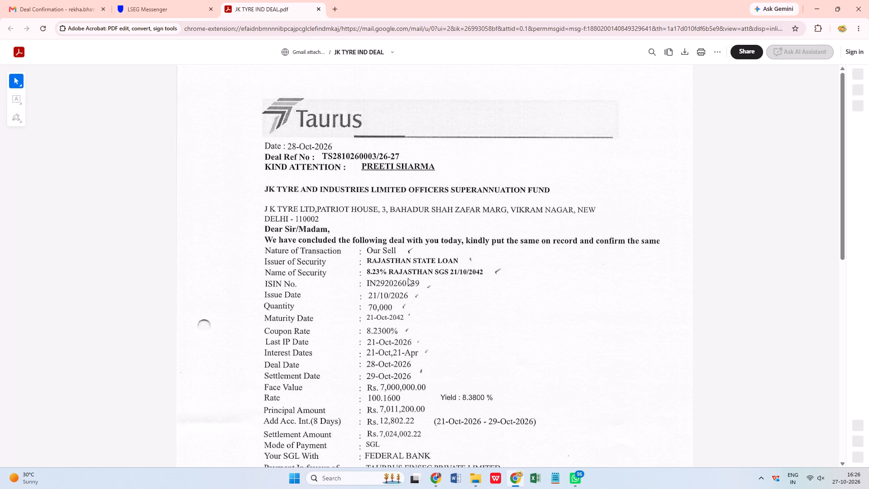
Read through the JK TYRE IND DEAL confirmation, examining the security, settlement and signatory details.
{"action": "scroll", "coordinate": [483, 285], "scroll_direction": "down", "scroll_amount": 3}
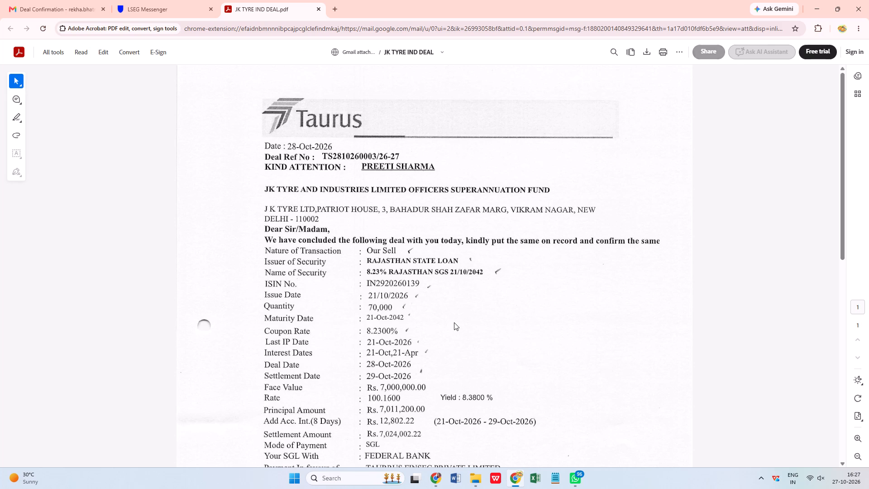
{"action": "scroll", "coordinate": [444, 326], "scroll_direction": "down", "scroll_amount": 2}
{"action": "scroll", "coordinate": [444, 326], "scroll_direction": "up", "scroll_amount": 1}
{"action": "scroll", "coordinate": [444, 326], "scroll_direction": "down", "scroll_amount": 3}
{"action": "scroll", "coordinate": [444, 326], "scroll_direction": "up", "scroll_amount": 2}
{"action": "scroll", "coordinate": [444, 326], "scroll_direction": "down", "scroll_amount": 1}
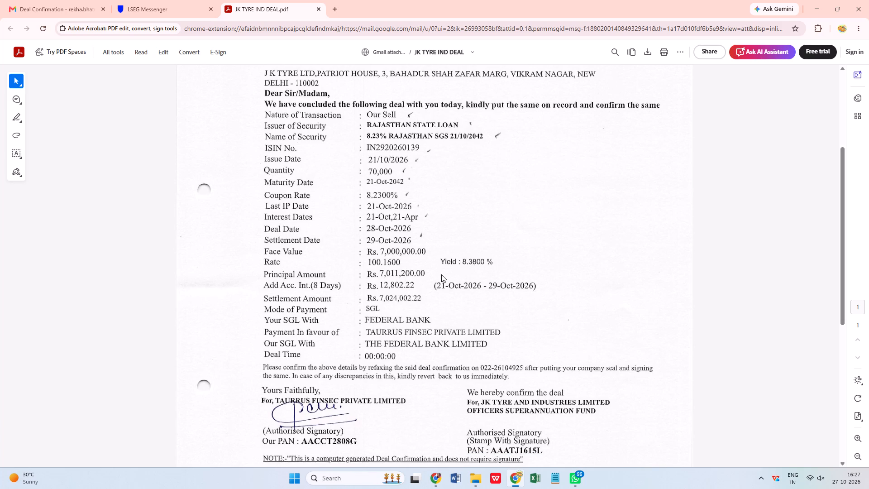
{"action": "scroll", "coordinate": [462, 306], "scroll_direction": "down", "scroll_amount": 10}
{"action": "scroll", "coordinate": [462, 306], "scroll_direction": "up", "scroll_amount": 8}
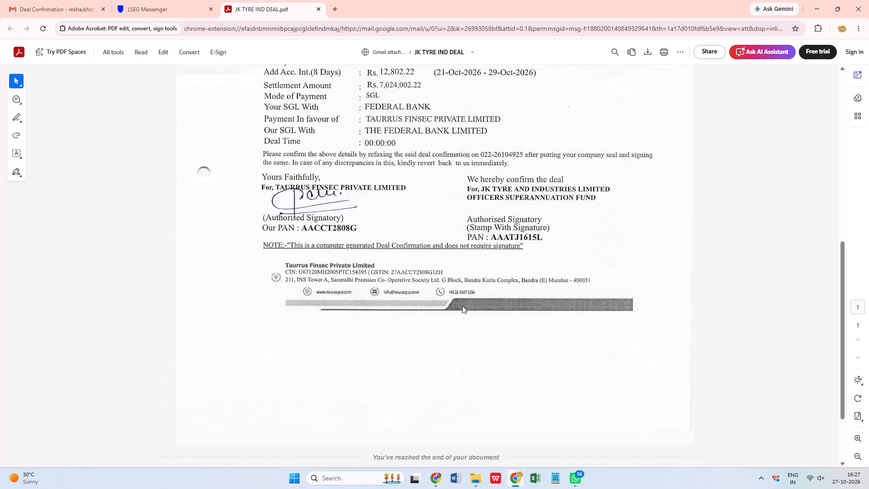
{"action": "scroll", "coordinate": [462, 306], "scroll_direction": "up", "scroll_amount": 11}
Download the JK TYRE IND DEAL PDF, choosing the Desktop as the save location.
{"action": "left_click", "coordinate": [648, 51]}
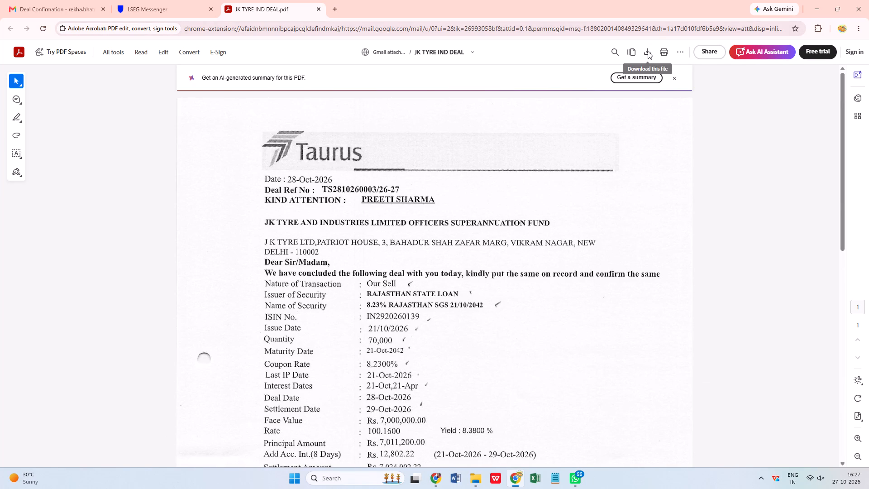
{"action": "left_click", "coordinate": [648, 51]}
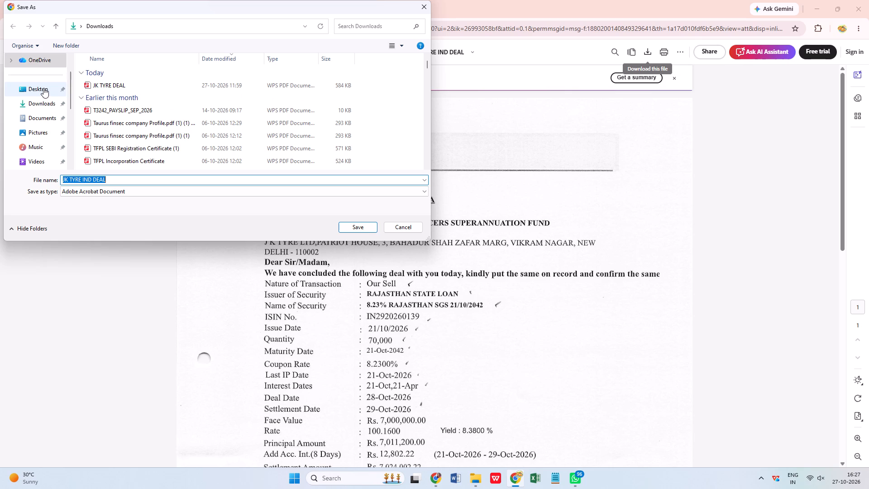
{"action": "left_click", "coordinate": [43, 88]}
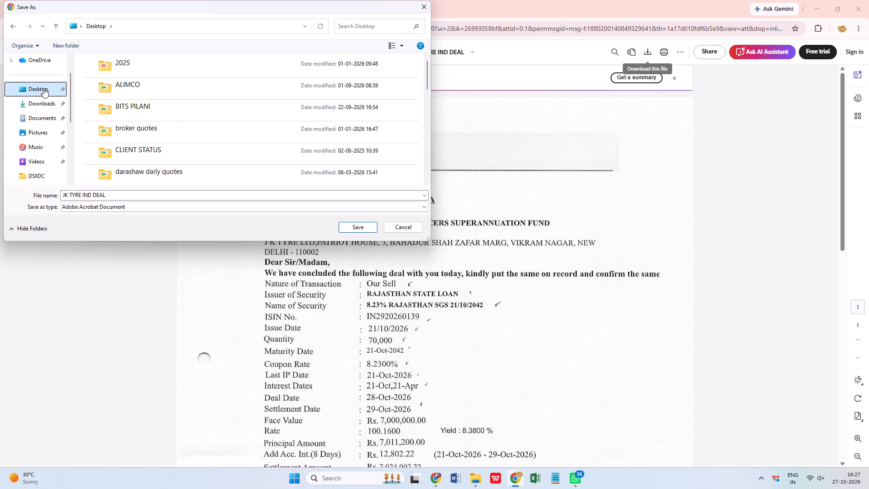
{"action": "left_click", "coordinate": [43, 87]}
Save the JK TYRE IND DEAL PDF to the Desktop under its existing file name.
{"action": "left_click", "coordinate": [356, 228]}
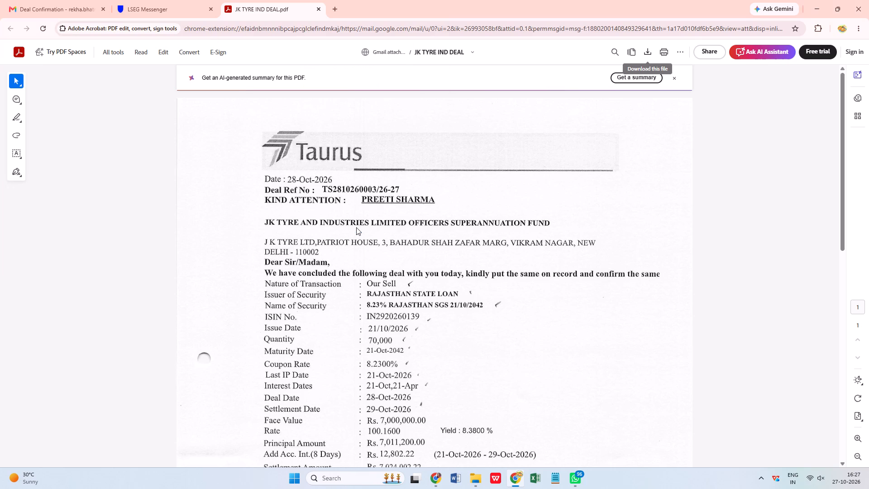
Check the Desktop for the saved JK TYRE IND DEAL file and return to the Deal Confirmation e-mail in Gmail.
{"action": "left_click", "coordinate": [513, 481]}
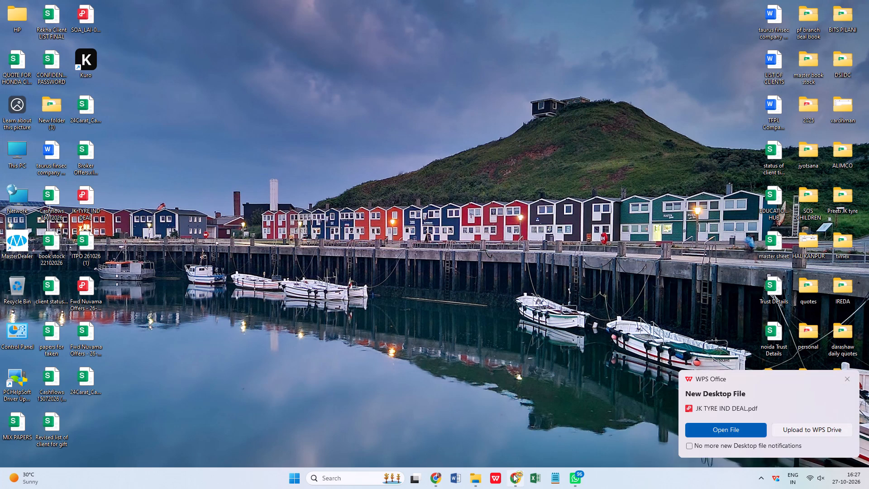
{"action": "left_click", "coordinate": [513, 474]}
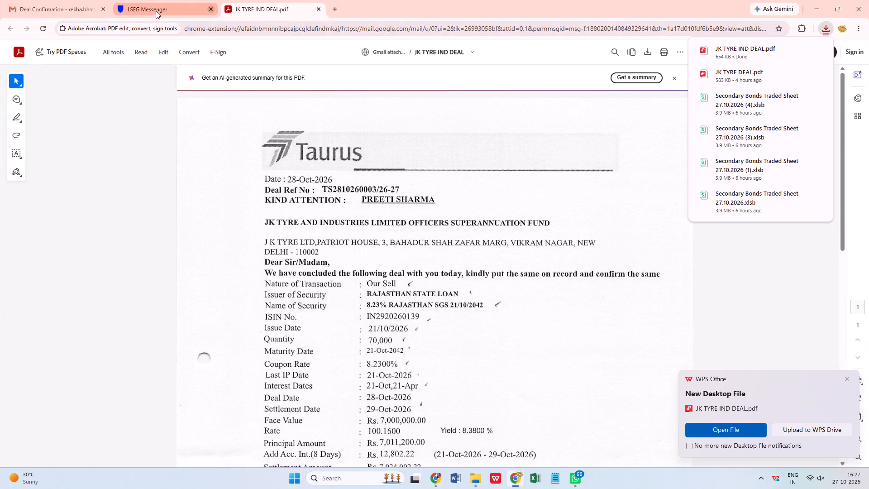
{"action": "left_click", "coordinate": [68, 5]}
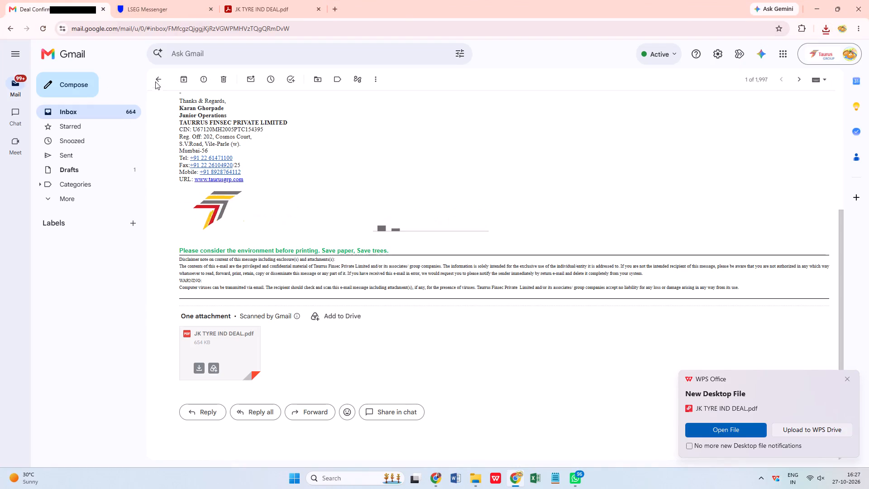
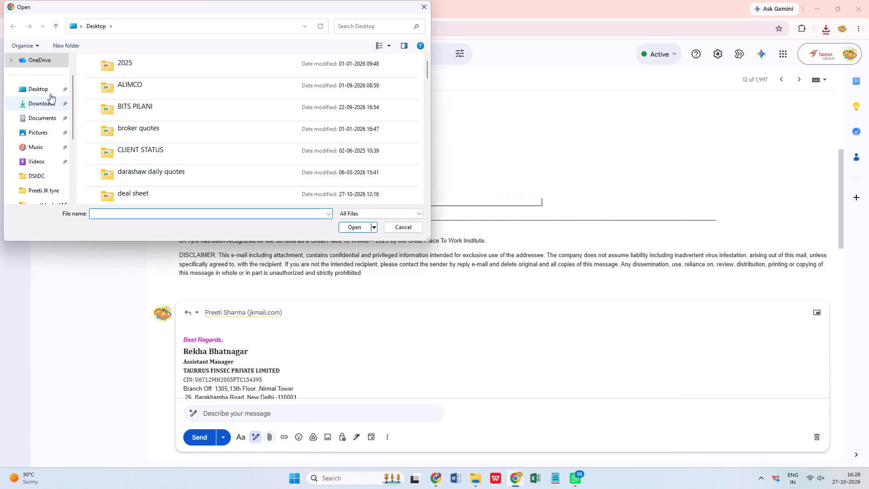
{"action": "left_click", "coordinate": [42, 85]}
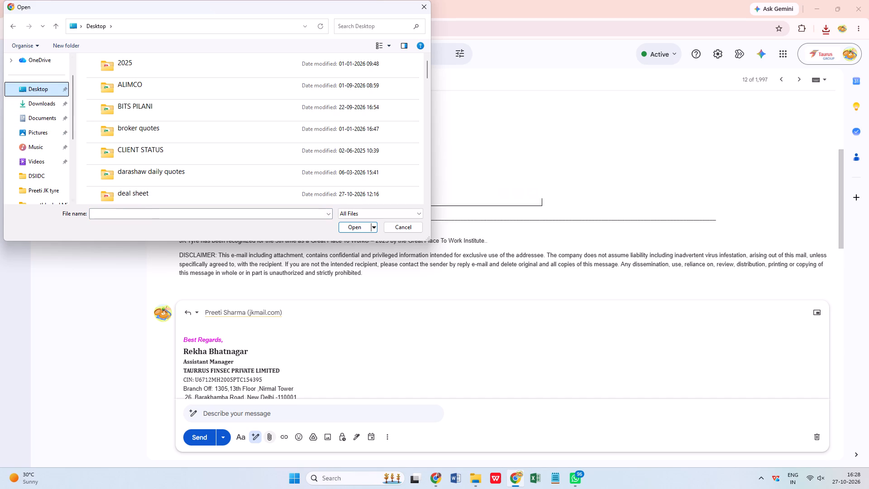
{"action": "scroll", "coordinate": [162, 127], "scroll_direction": "down", "scroll_amount": 4}
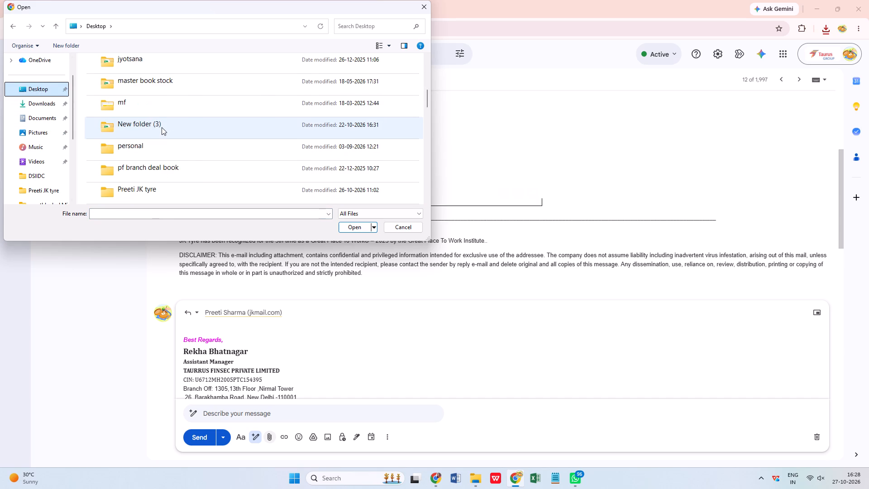
{"action": "scroll", "coordinate": [162, 127], "scroll_direction": "down", "scroll_amount": 3}
{"action": "scroll", "coordinate": [162, 127], "scroll_direction": "up", "scroll_amount": 2}
{"action": "scroll", "coordinate": [162, 127], "scroll_direction": "down", "scroll_amount": 2}
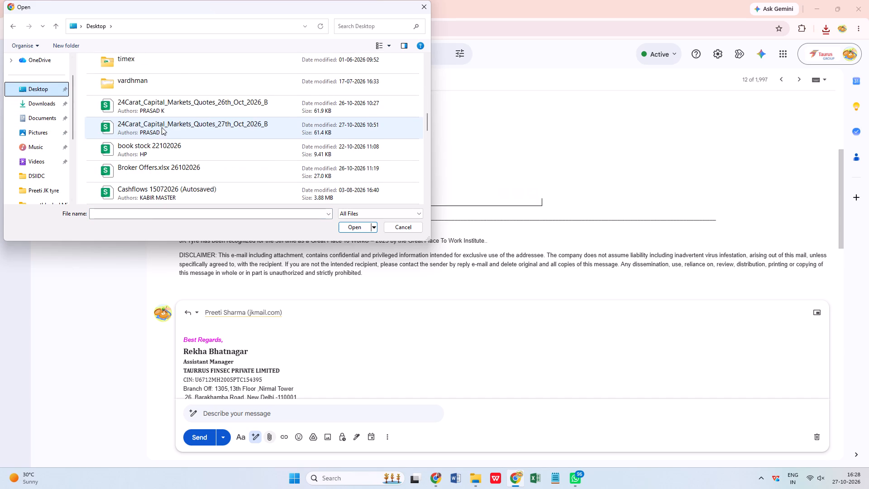
{"action": "scroll", "coordinate": [162, 127], "scroll_direction": "down", "scroll_amount": 3}
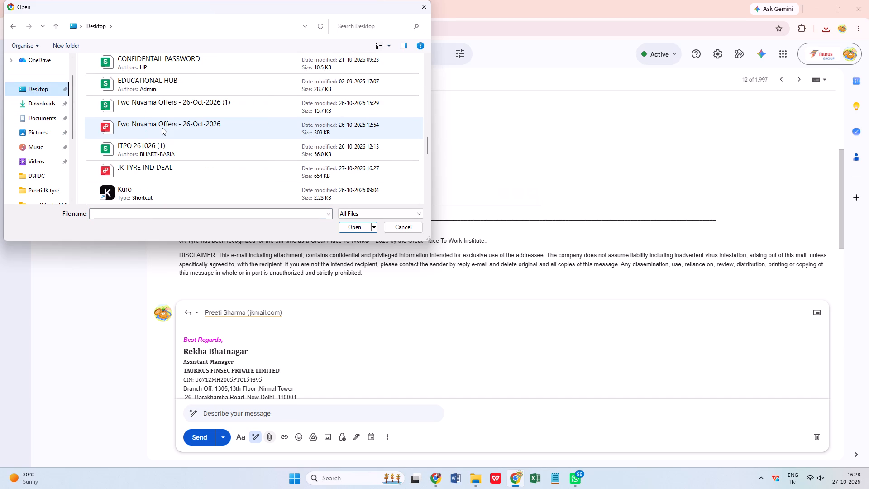
{"action": "double_click", "coordinate": [158, 169]}
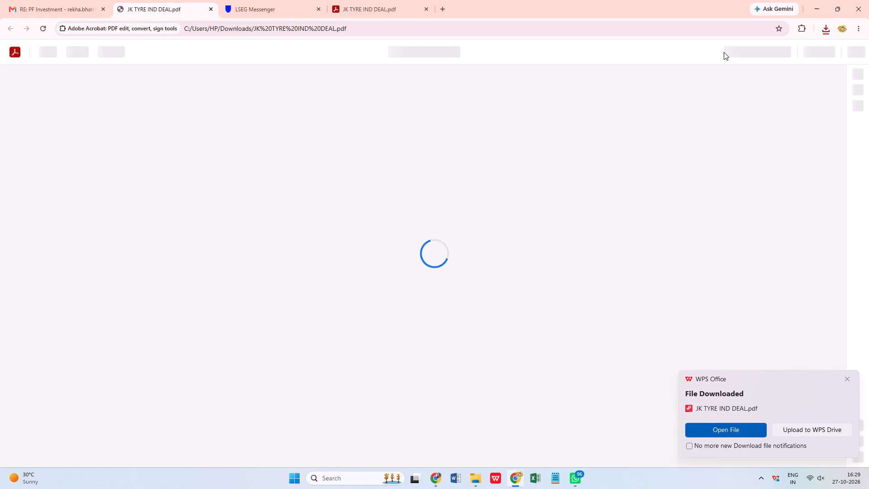
{"action": "left_click", "coordinate": [846, 380]}
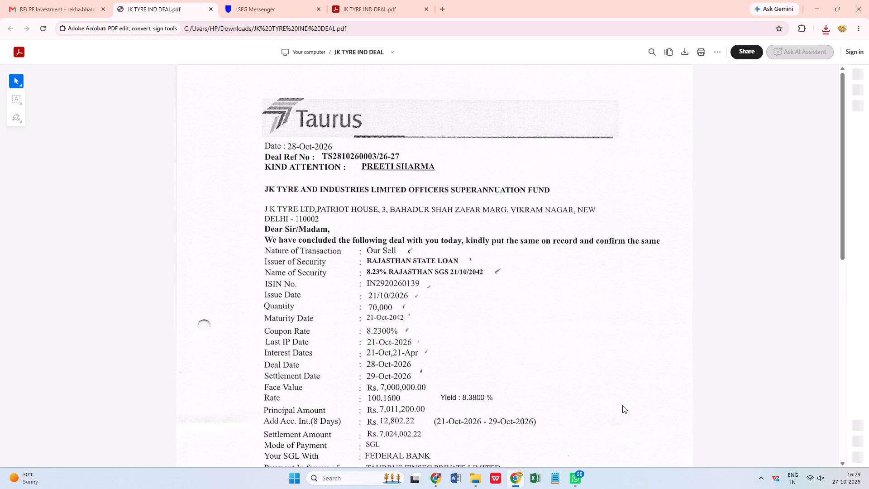
{"action": "scroll", "coordinate": [535, 371], "scroll_direction": "down", "scroll_amount": 1}
{"action": "scroll", "coordinate": [535, 371], "scroll_direction": "up", "scroll_amount": 2}
{"action": "scroll", "coordinate": [535, 371], "scroll_direction": "down", "scroll_amount": 3}
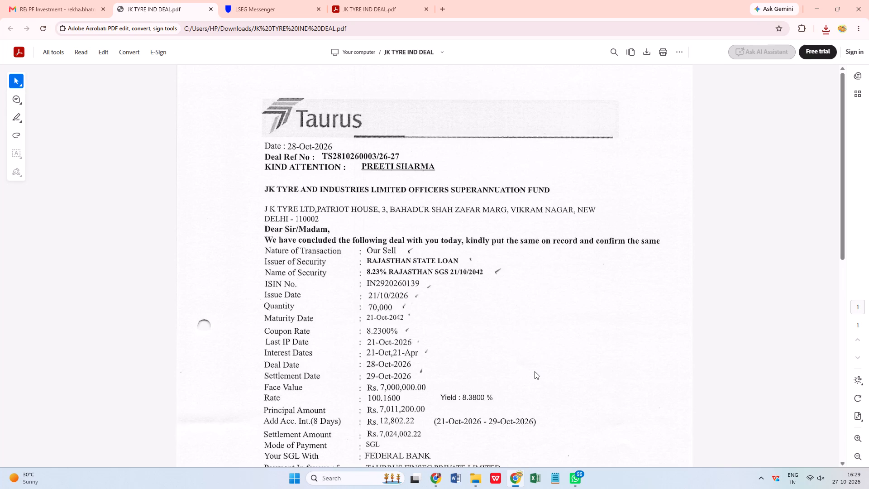
{"action": "scroll", "coordinate": [535, 371], "scroll_direction": "down", "scroll_amount": 1}
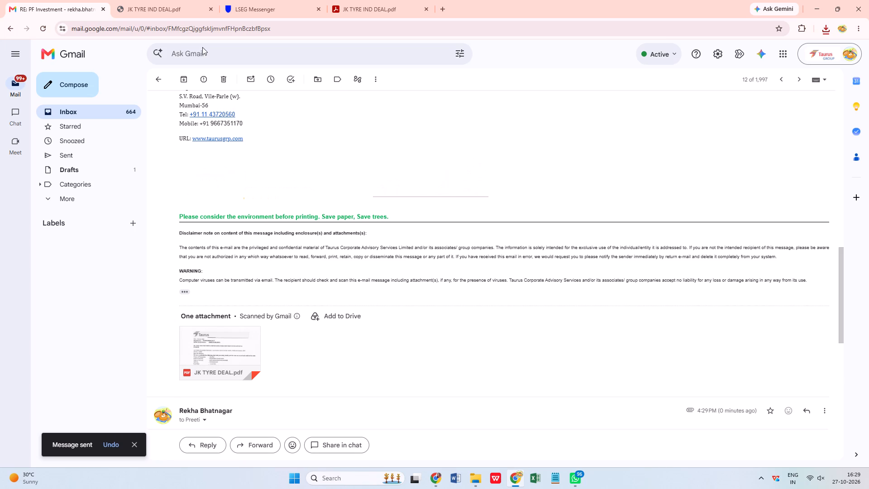
Switch to the JK TYRE IND DEAL PDF opened earlier from the received e-mail.
{"action": "left_click", "coordinate": [367, 4]}
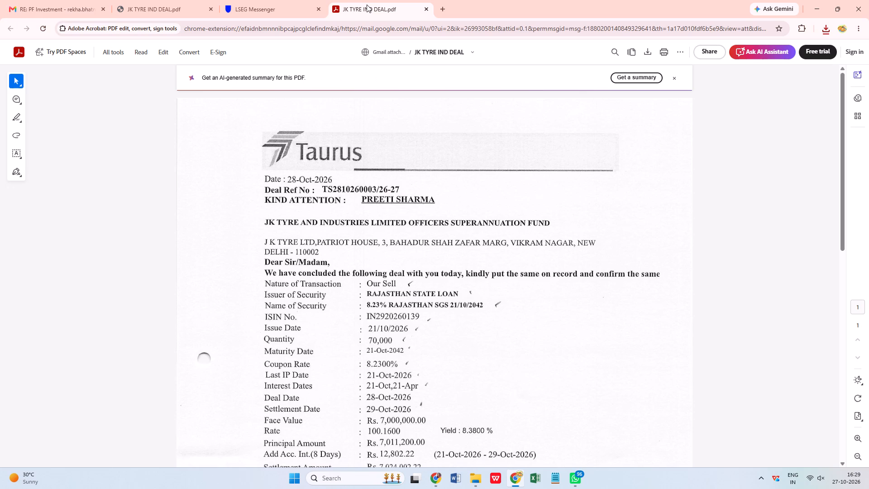
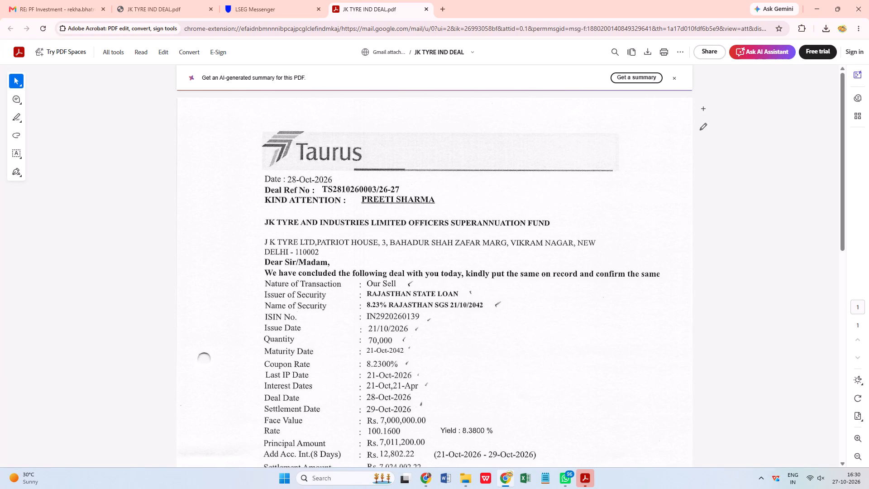
Recheck the JK TYRE IND DEAL confirmation, examining the security terms, settlement amounts, payment details and signatory blocks.
{"action": "scroll", "coordinate": [446, 293], "scroll_direction": "down", "scroll_amount": 6}
{"action": "scroll", "coordinate": [446, 295], "scroll_direction": "up", "scroll_amount": 2}
{"action": "scroll", "coordinate": [446, 295], "scroll_direction": "down", "scroll_amount": 3}
{"action": "scroll", "coordinate": [446, 295], "scroll_direction": "up", "scroll_amount": 1}
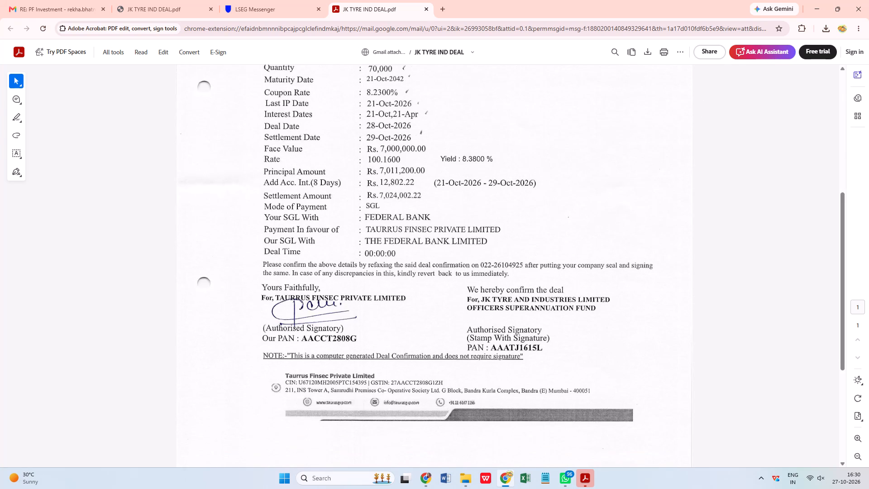
{"action": "scroll", "coordinate": [446, 295], "scroll_direction": "down", "scroll_amount": 1}
{"action": "scroll", "coordinate": [446, 295], "scroll_direction": "up", "scroll_amount": 1}
{"action": "scroll", "coordinate": [446, 295], "scroll_direction": "down", "scroll_amount": 3}
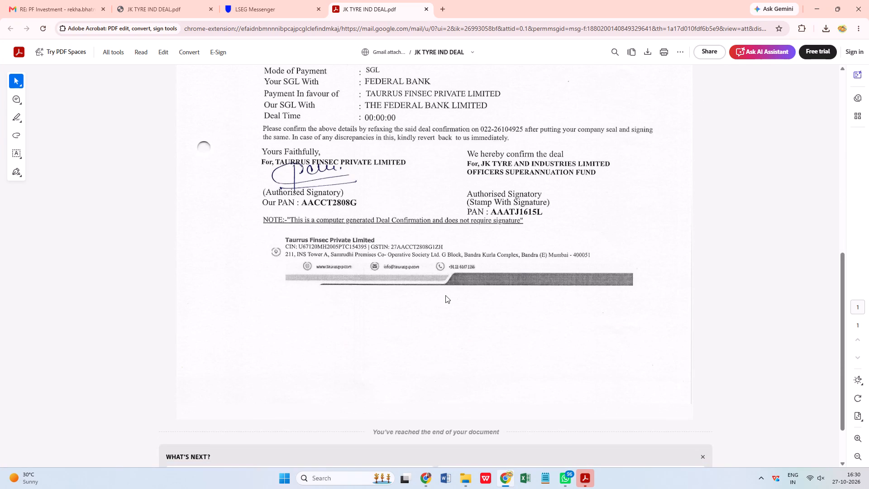
{"action": "scroll", "coordinate": [445, 295], "scroll_direction": "up", "scroll_amount": 4}
{"action": "scroll", "coordinate": [445, 295], "scroll_direction": "down", "scroll_amount": 1}
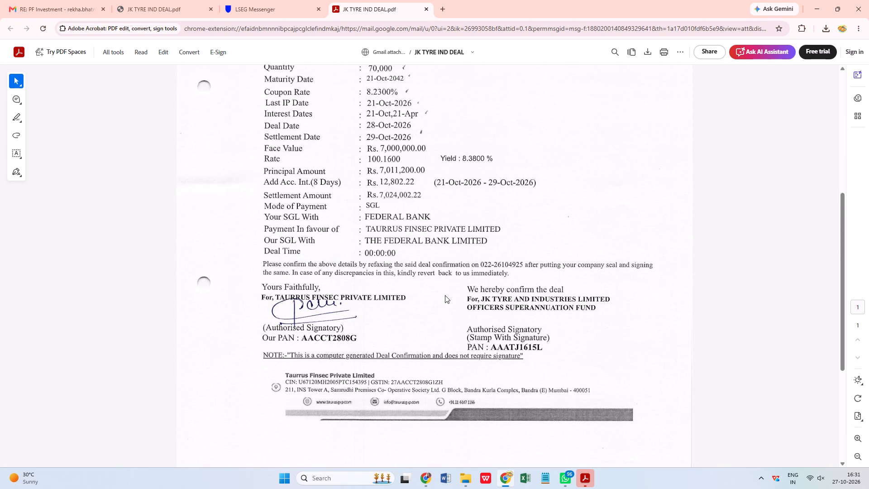
{"action": "scroll", "coordinate": [445, 295], "scroll_direction": "up", "scroll_amount": 3}
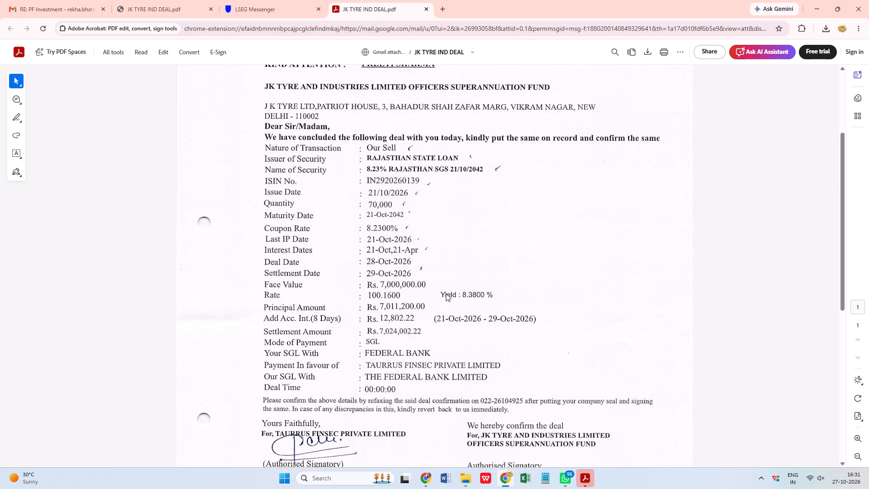
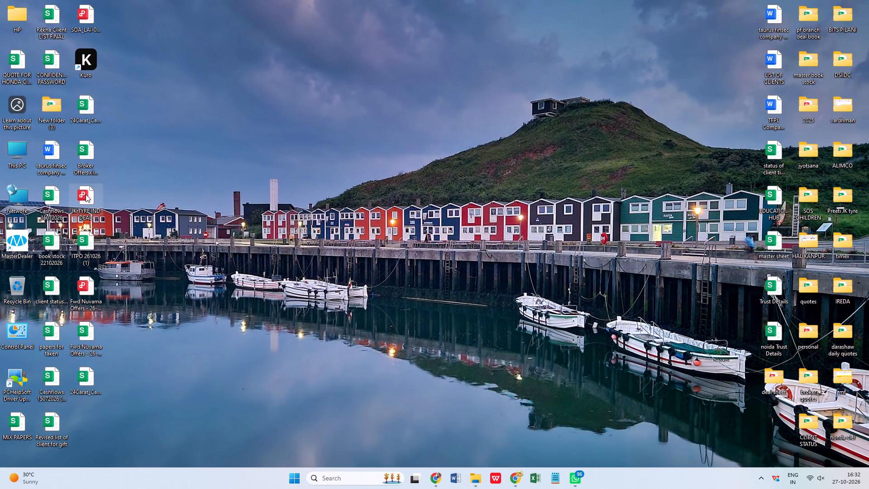
Move the JK TYRE IND DEAL PDF from the Desktop into the deal sheet folder.
{"action": "left_click_drag", "start_coordinate": [86, 194], "coordinate": [770, 378]}
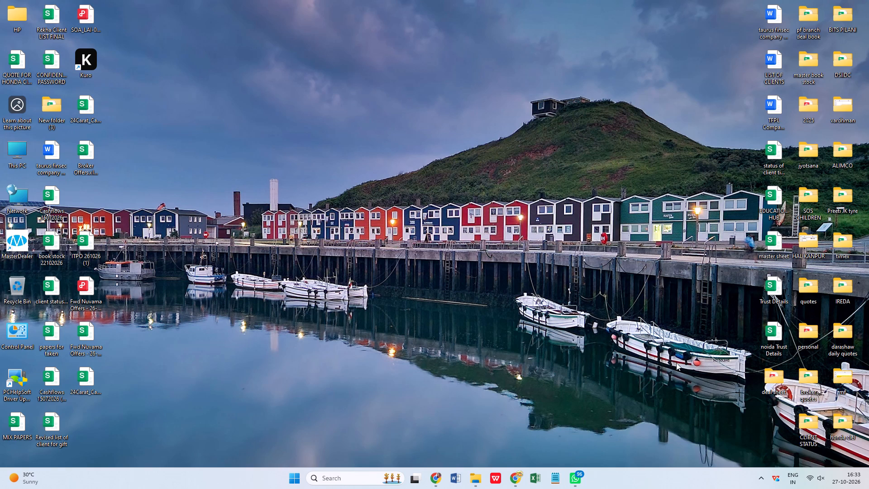
Open the JK TYRE IND DEAL PDF from the deal sheet folder on the Desktop.
{"action": "double_click", "coordinate": [773, 376]}
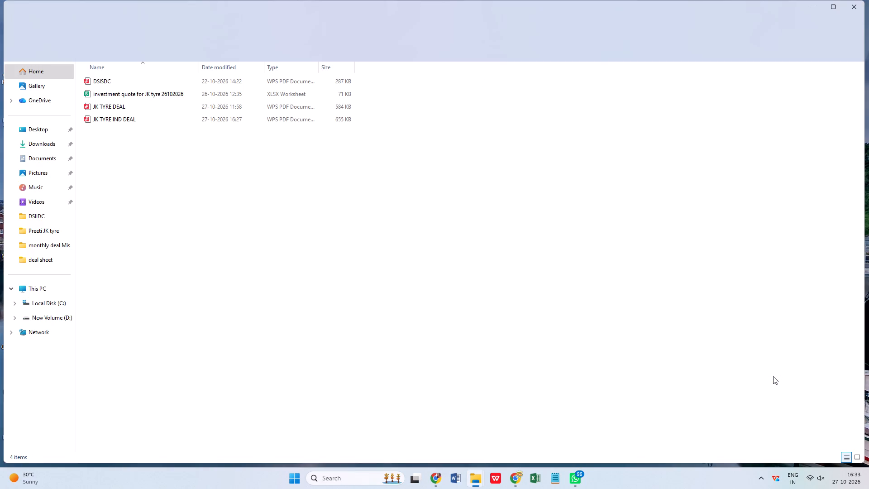
{"action": "double_click", "coordinate": [115, 117]}
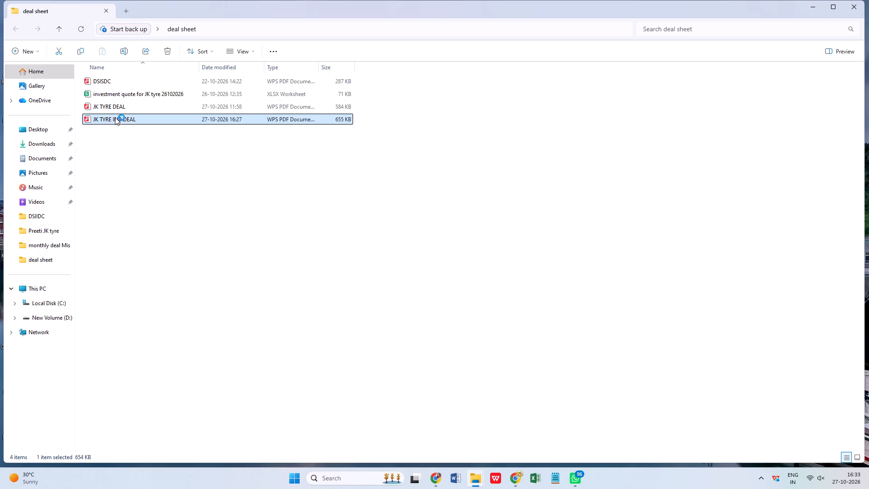
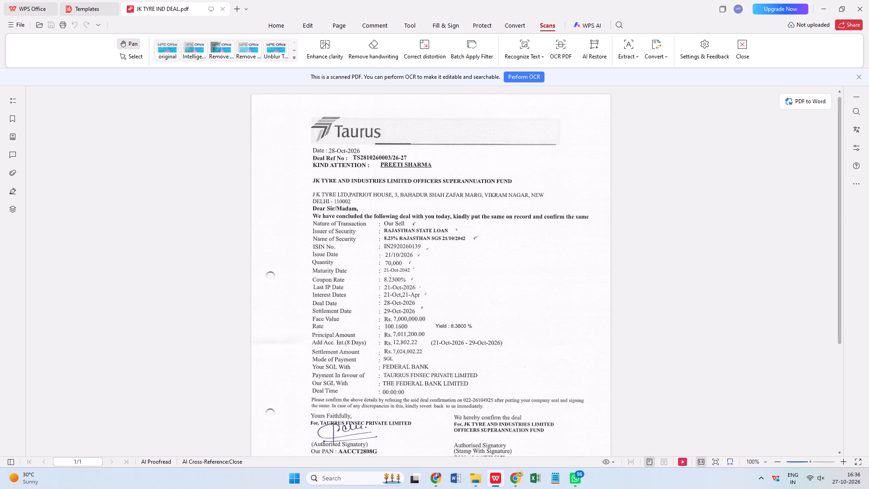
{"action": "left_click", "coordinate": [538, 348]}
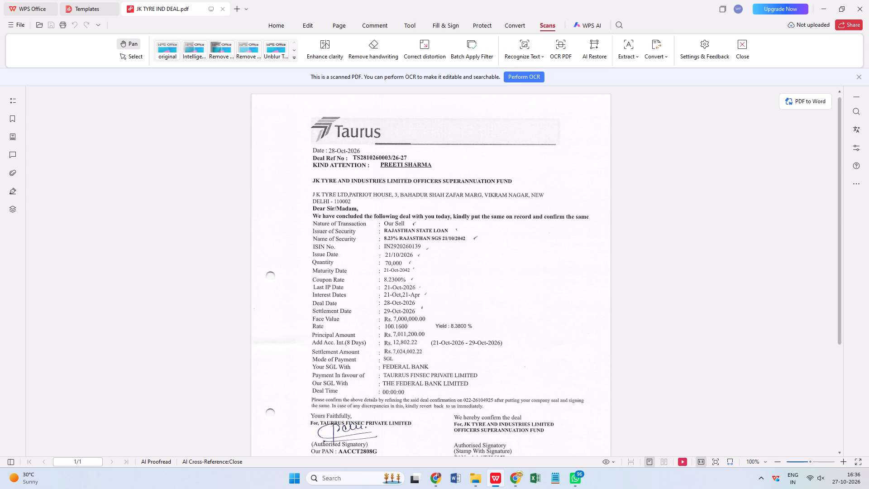
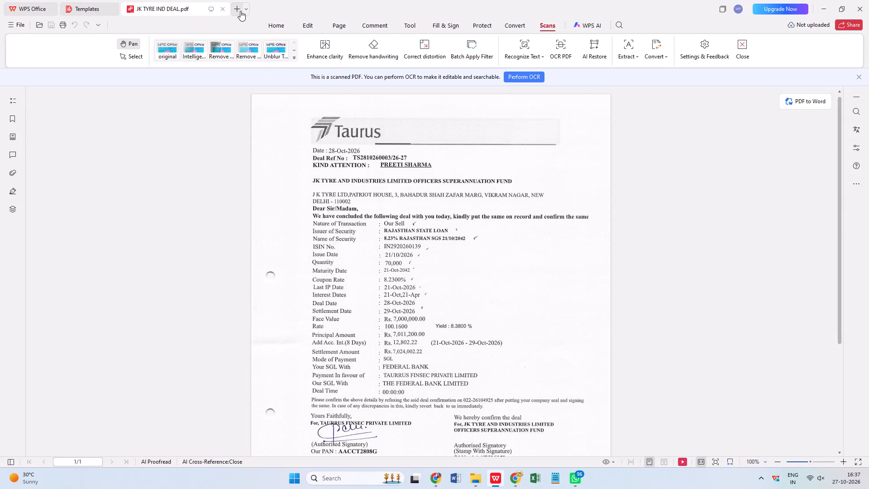
Close JK TYRE IND DEAL.pdf and exit WPS Office, dismissing the product promotion pop-up.
{"action": "left_click", "coordinate": [223, 11]}
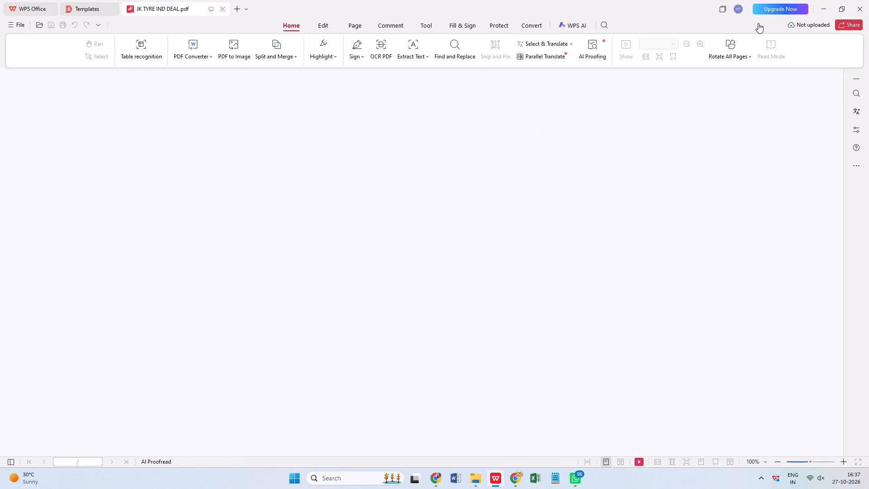
{"action": "left_click", "coordinate": [858, 11]}
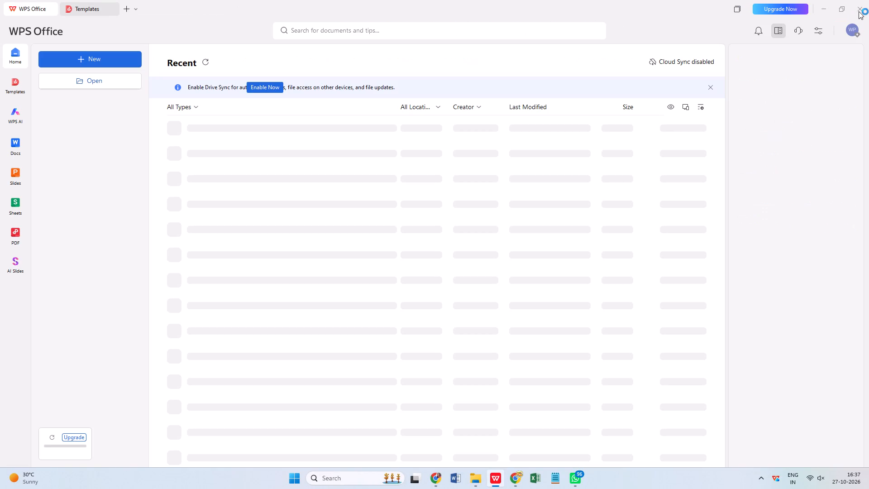
{"action": "left_click", "coordinate": [859, 11]}
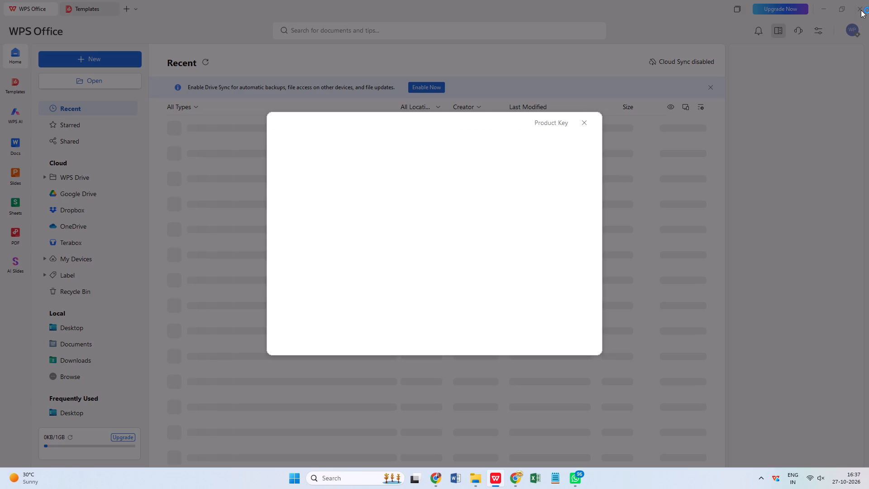
{"action": "left_click", "coordinate": [583, 124]}
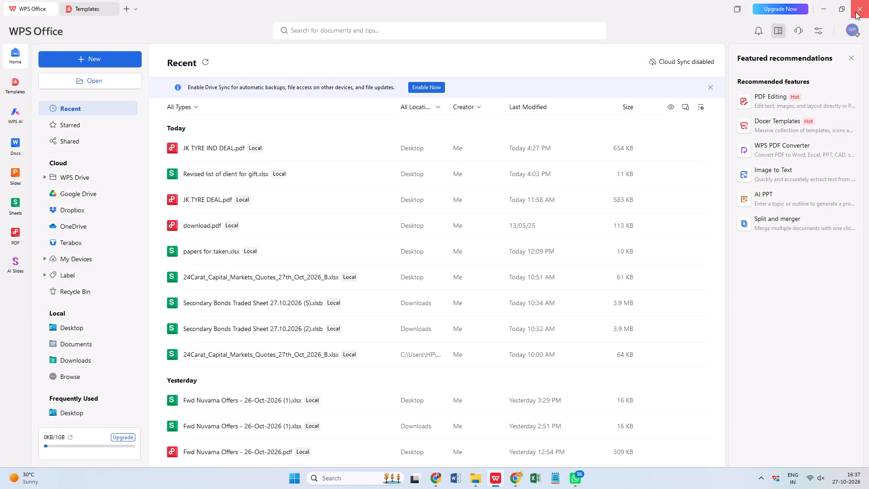
{"action": "left_click", "coordinate": [856, 12]}
Close the deal sheet folder window.
{"action": "left_click", "coordinate": [854, 6]}
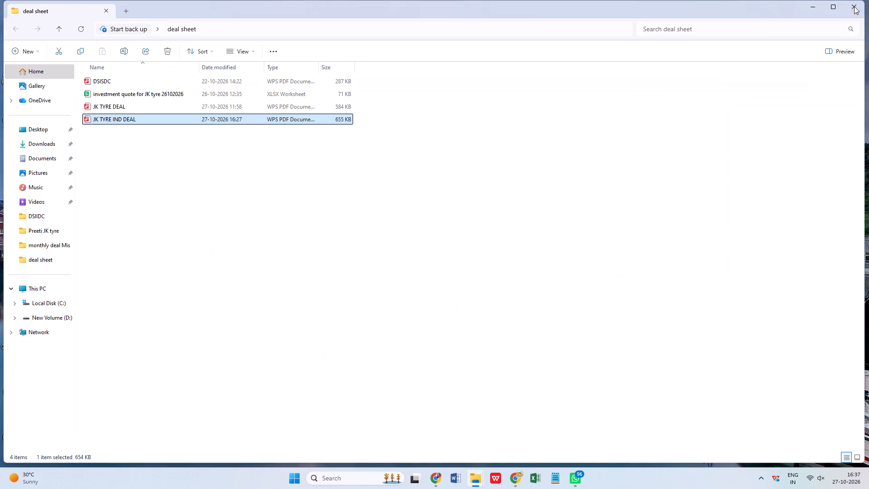
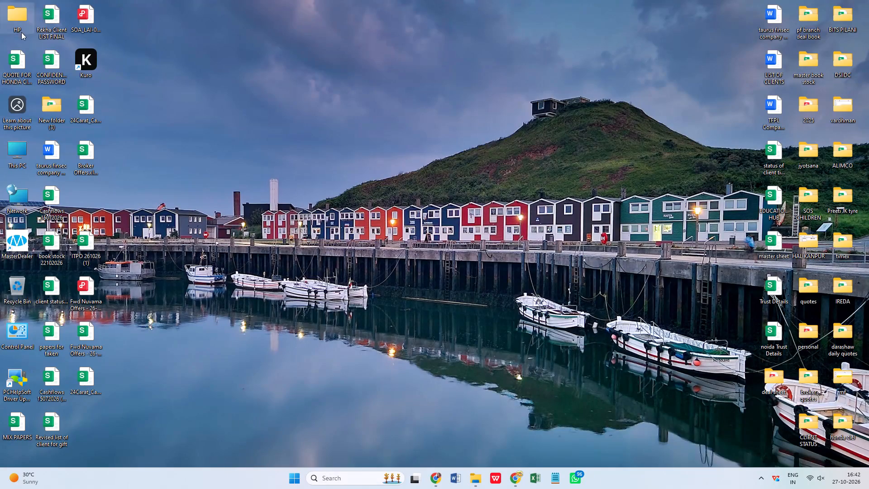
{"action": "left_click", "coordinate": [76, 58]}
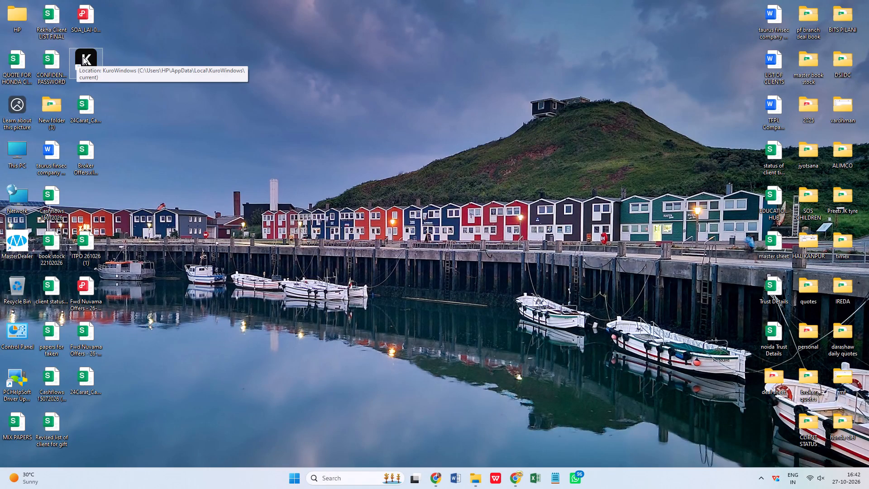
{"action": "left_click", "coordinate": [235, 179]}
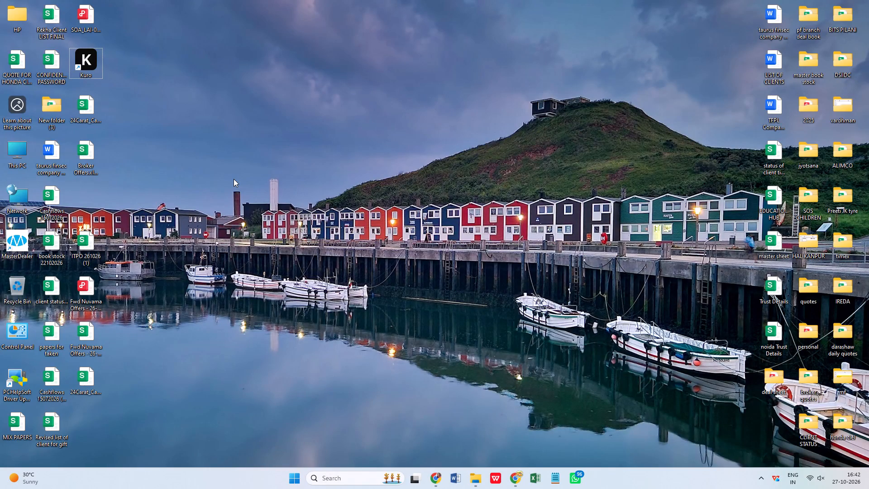
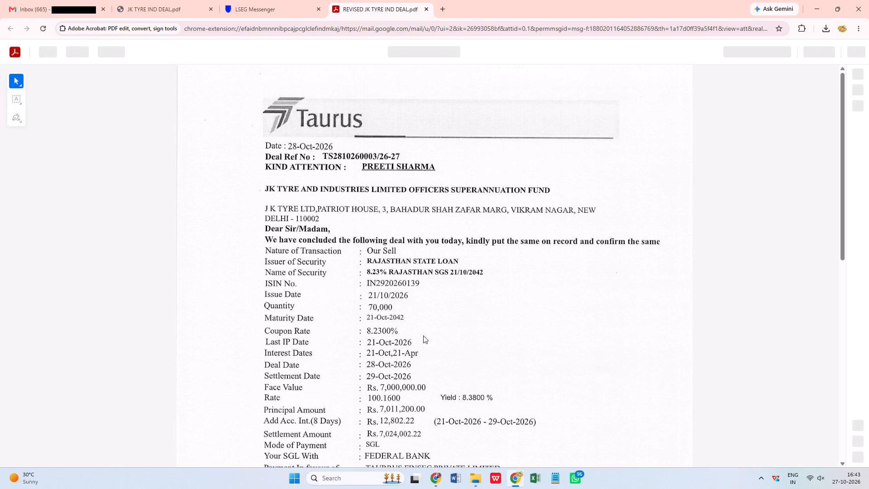
Review the deal terms in the revised JK Tyre deal confirmation PDF, down to the settlement and payment details.
{"action": "scroll", "coordinate": [453, 349], "scroll_direction": "down", "scroll_amount": 2}
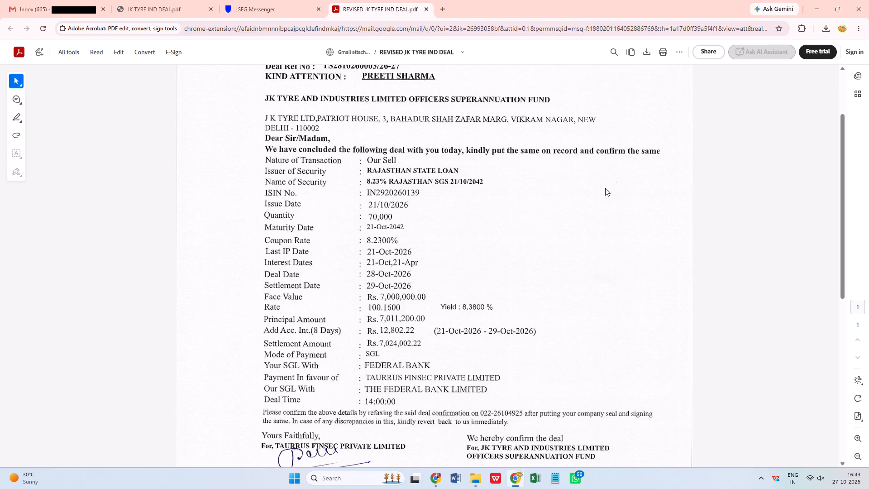
Download the revised JK Tyre deal confirmation PDF to the Desktop, keeping the file name REVISED JK TYRE IND DEAL.
{"action": "scroll", "coordinate": [545, 225], "scroll_direction": "up", "scroll_amount": 6}
{"action": "scroll", "coordinate": [545, 225], "scroll_direction": "down", "scroll_amount": 1}
{"action": "left_click", "coordinate": [646, 52]}
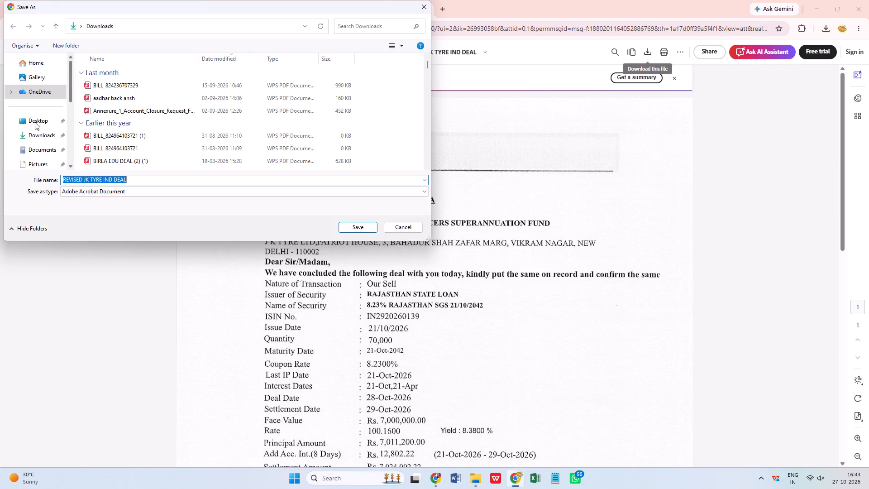
{"action": "left_click", "coordinate": [53, 93]}
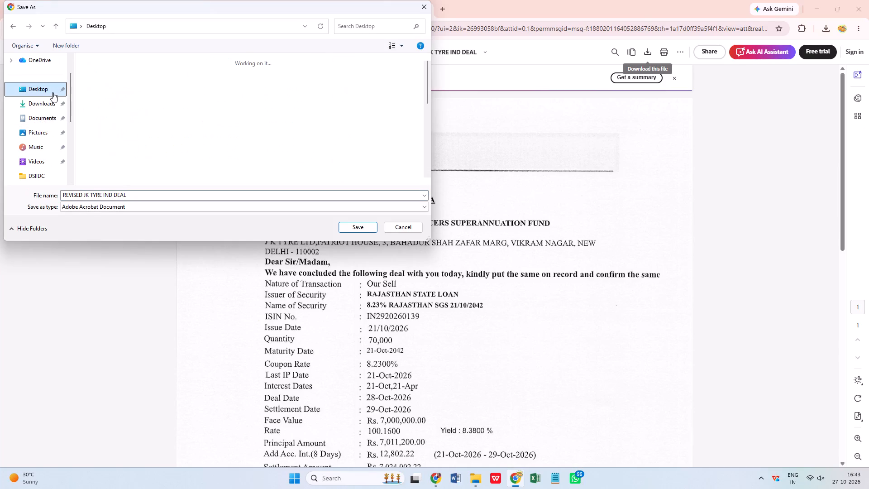
{"action": "left_click", "coordinate": [362, 228]}
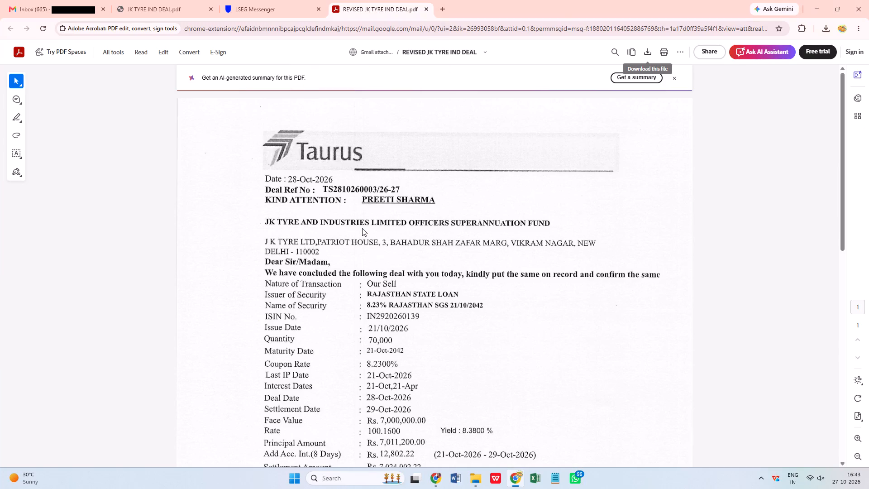
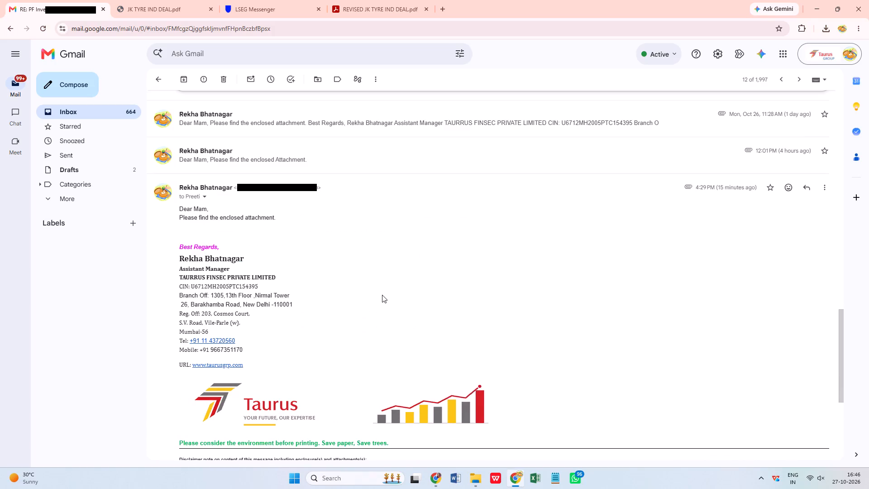
{"action": "scroll", "coordinate": [382, 295], "scroll_direction": "down", "scroll_amount": 3}
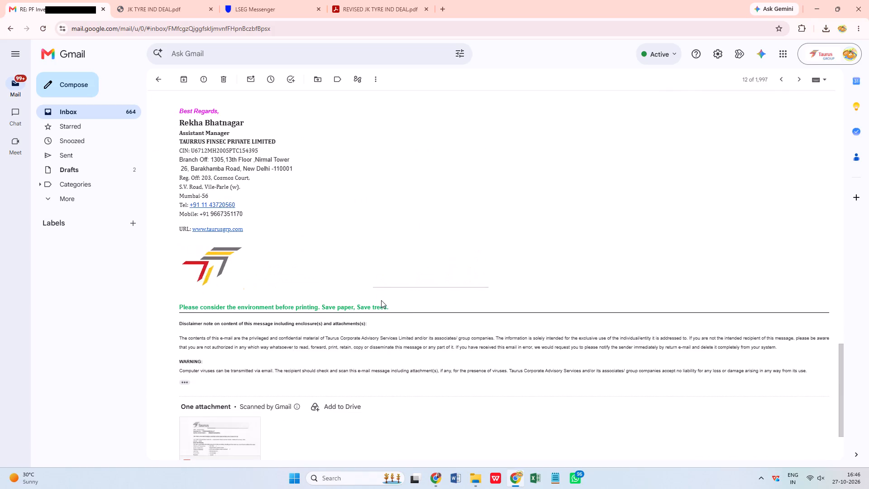
{"action": "scroll", "coordinate": [381, 302], "scroll_direction": "down", "scroll_amount": 6}
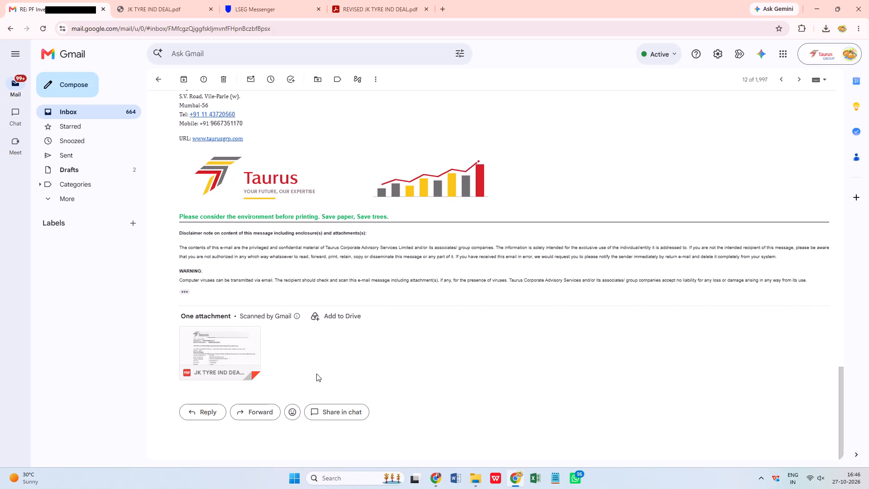
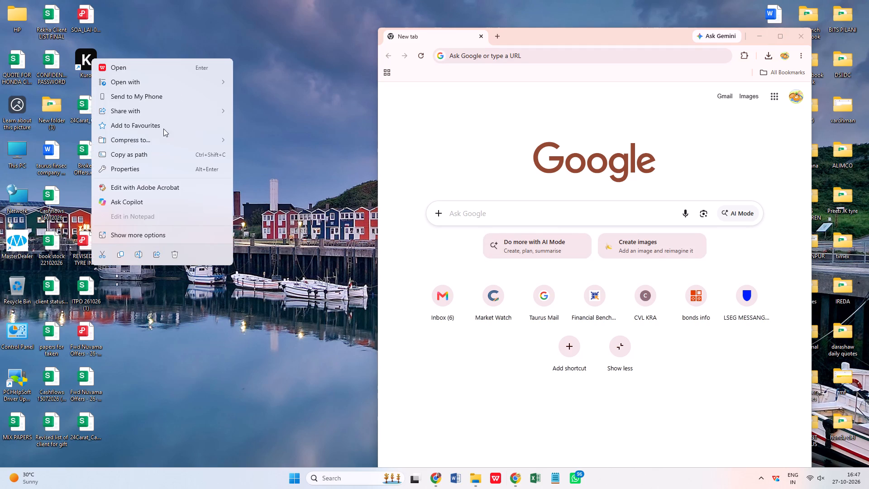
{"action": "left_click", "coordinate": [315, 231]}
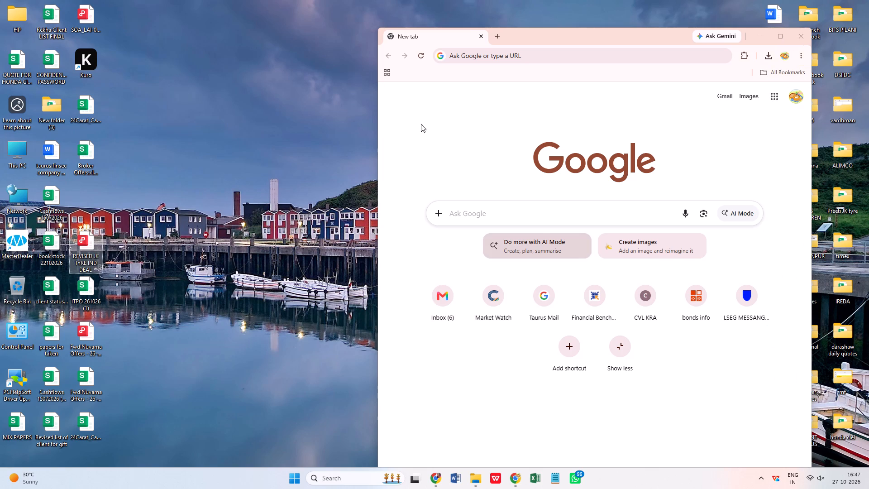
Close the blank browser window, reopen Chrome and go to the Gmail inbox.
{"action": "left_click", "coordinate": [805, 34]}
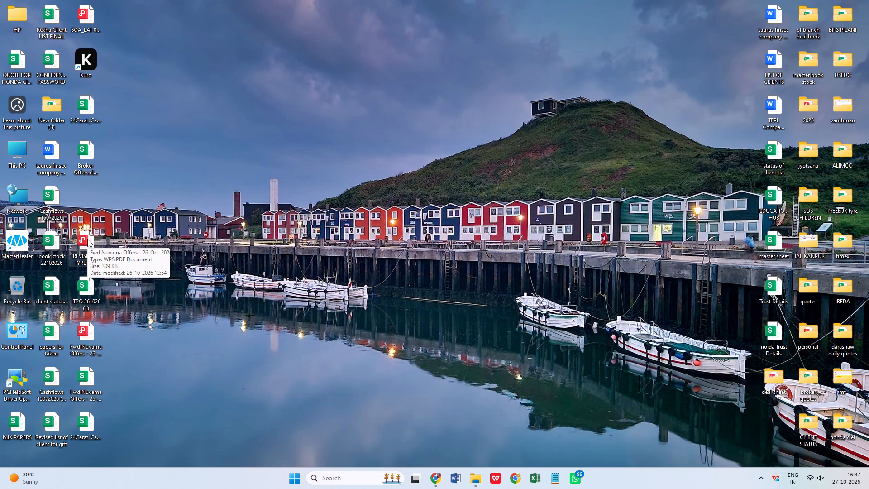
{"action": "left_click", "coordinate": [514, 479]}
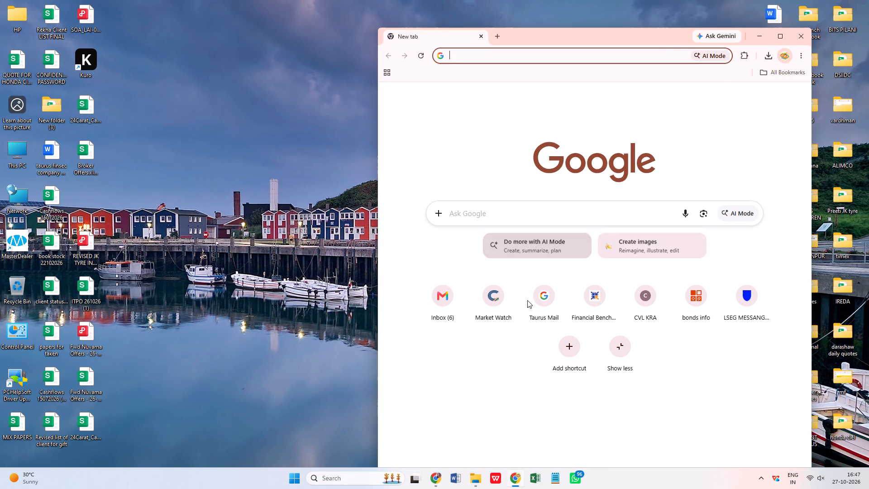
{"action": "left_click", "coordinate": [449, 295]}
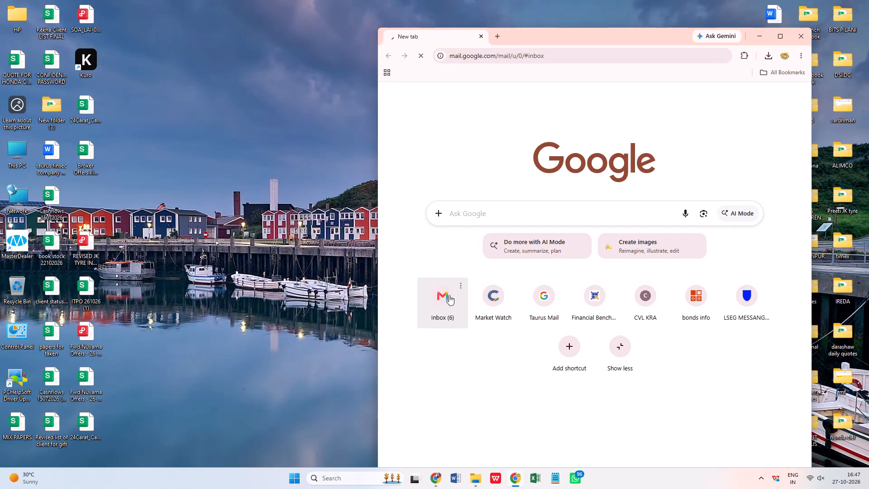
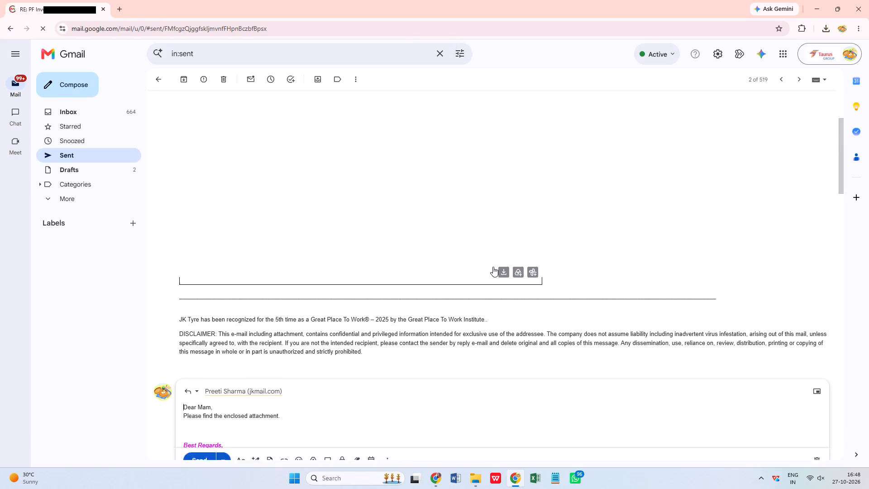
Examine the unsent reply draft, its REVISED JK TYRE IND DEAL.pdf attachment, and the messages already sent below it in the conversation.
{"action": "scroll", "coordinate": [493, 267], "scroll_direction": "down", "scroll_amount": 4}
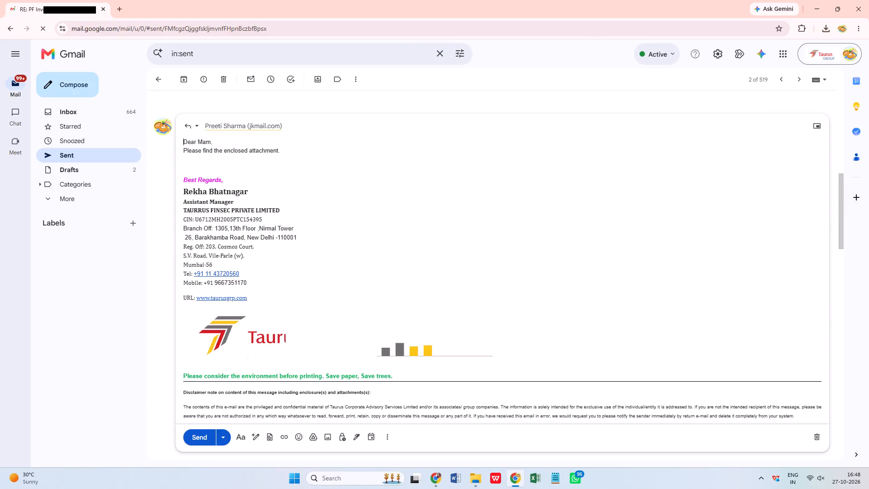
{"action": "scroll", "coordinate": [493, 267], "scroll_direction": "down", "scroll_amount": 5}
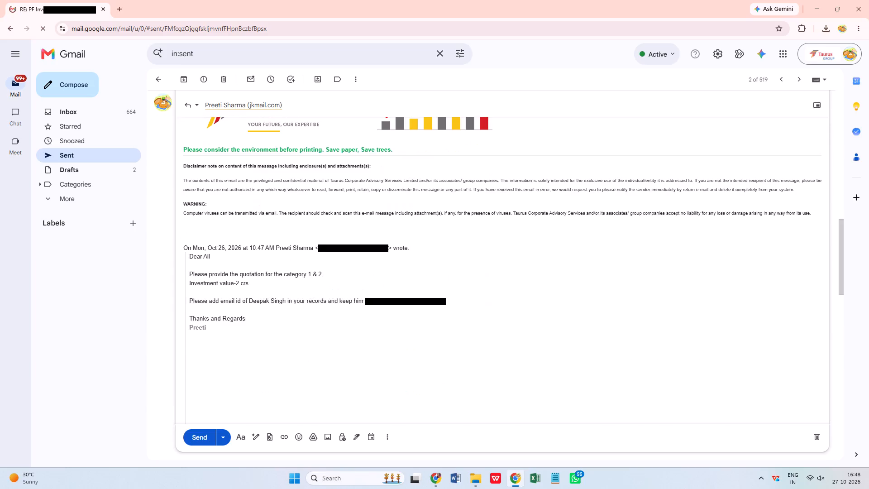
{"action": "scroll", "coordinate": [493, 267], "scroll_direction": "down", "scroll_amount": 7}
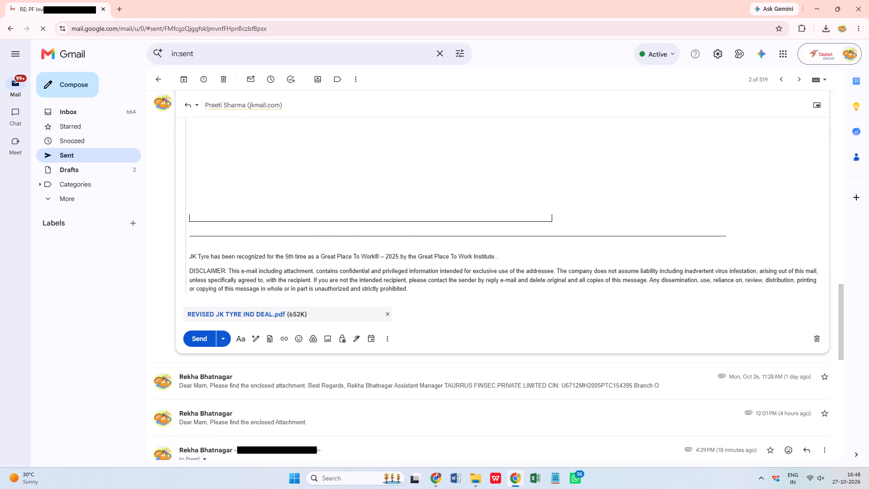
{"action": "scroll", "coordinate": [493, 267], "scroll_direction": "up", "scroll_amount": 3}
{"action": "scroll", "coordinate": [494, 267], "scroll_direction": "down", "scroll_amount": 1}
{"action": "scroll", "coordinate": [494, 267], "scroll_direction": "up", "scroll_amount": 1}
{"action": "scroll", "coordinate": [494, 267], "scroll_direction": "down", "scroll_amount": 5}
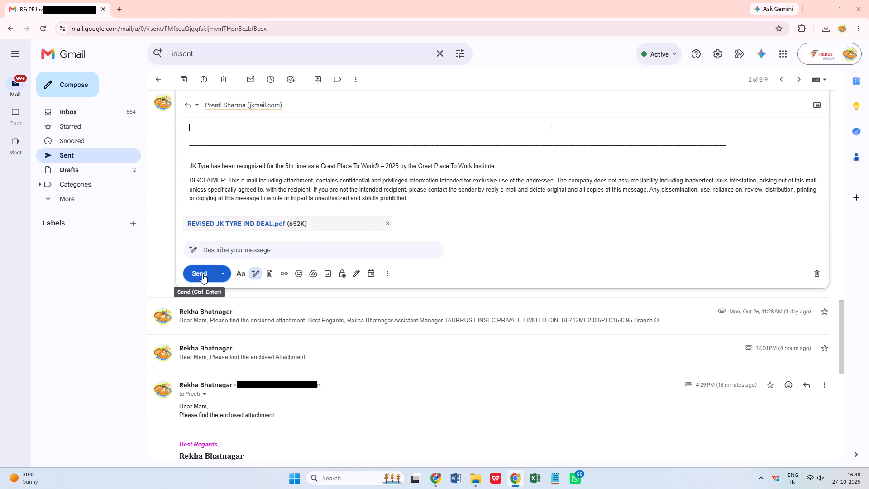
{"action": "scroll", "coordinate": [297, 187], "scroll_direction": "up", "scroll_amount": 6}
{"action": "scroll", "coordinate": [297, 187], "scroll_direction": "down", "scroll_amount": 1}
{"action": "scroll", "coordinate": [297, 187], "scroll_direction": "up", "scroll_amount": 2}
{"action": "scroll", "coordinate": [298, 189], "scroll_direction": "down", "scroll_amount": 1}
{"action": "scroll", "coordinate": [298, 189], "scroll_direction": "up", "scroll_amount": 1}
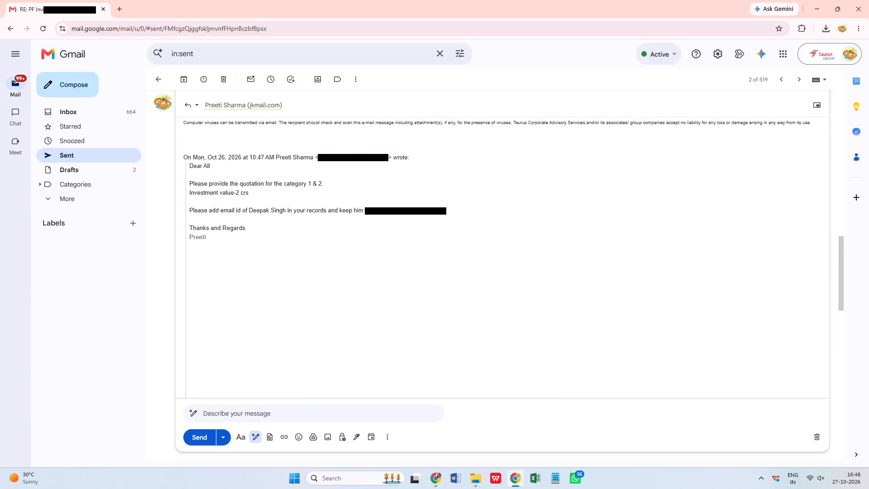
{"action": "scroll", "coordinate": [298, 189], "scroll_direction": "up", "scroll_amount": 1}
{"action": "scroll", "coordinate": [298, 189], "scroll_direction": "down", "scroll_amount": 11}
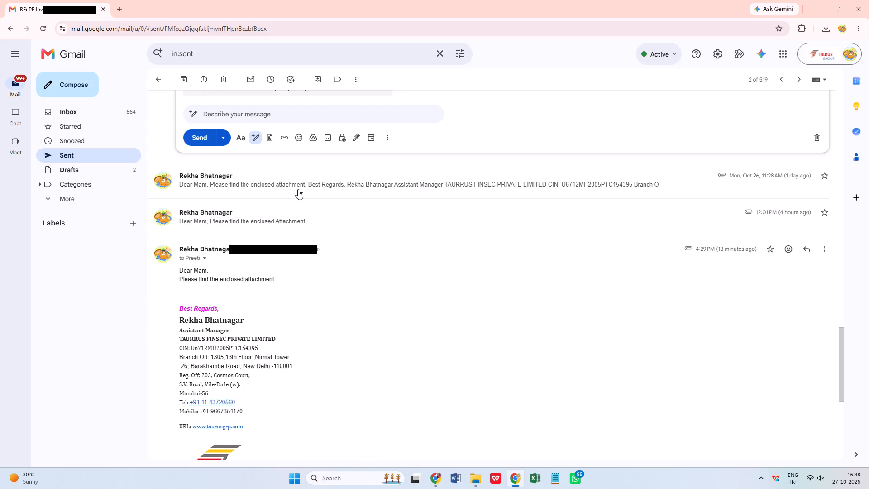
{"action": "scroll", "coordinate": [298, 189], "scroll_direction": "down", "scroll_amount": 2}
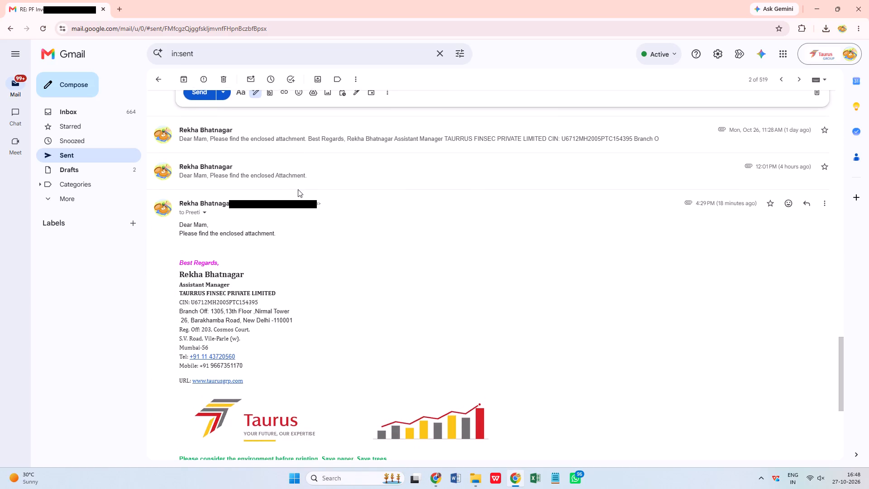